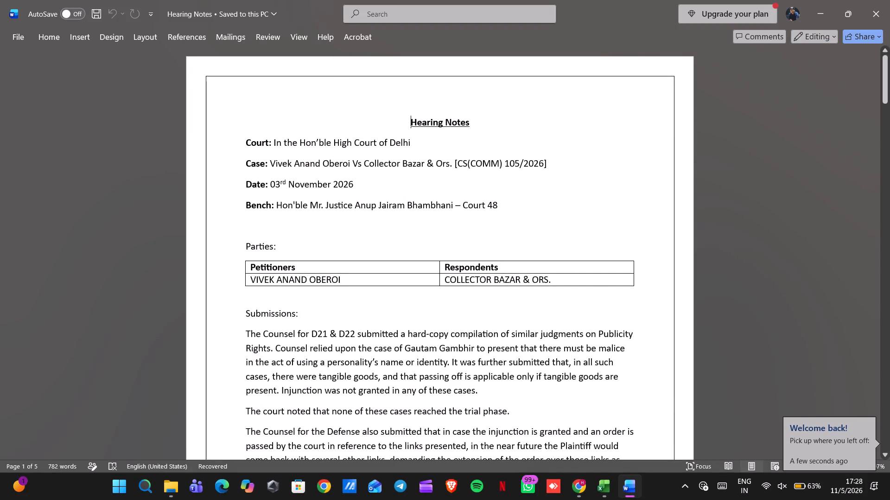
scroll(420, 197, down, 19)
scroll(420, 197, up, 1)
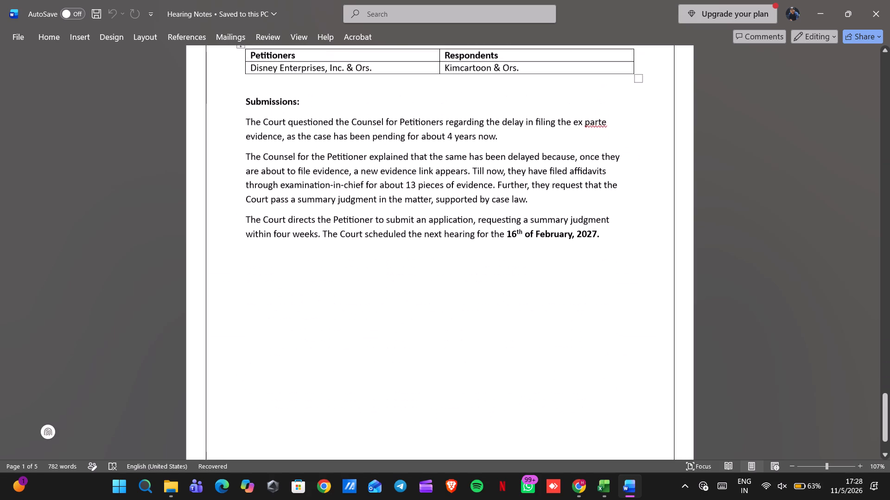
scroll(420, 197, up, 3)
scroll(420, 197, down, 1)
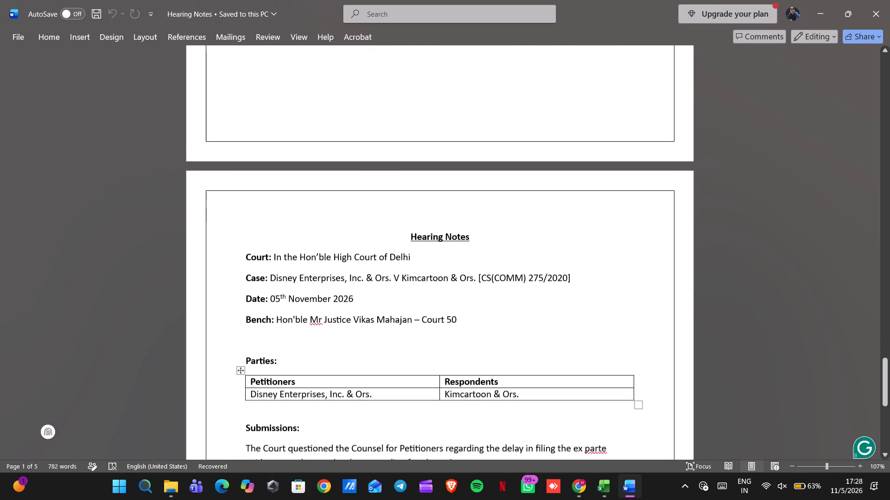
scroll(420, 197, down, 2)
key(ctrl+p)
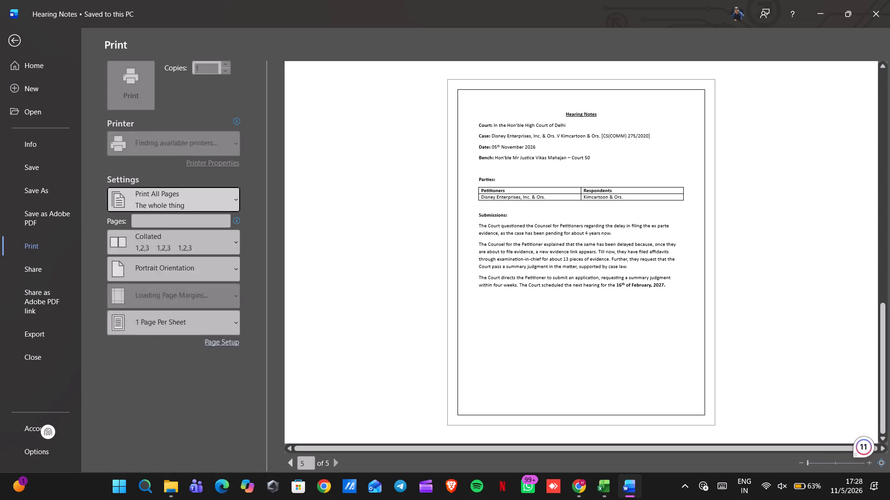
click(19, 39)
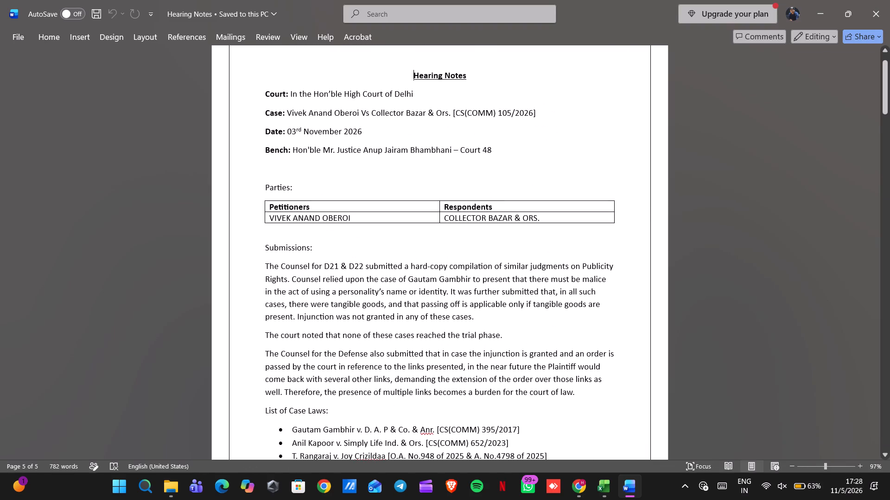
Copy the case title "Disney Enterprises, Inc. & Ors. V Kimcartoon & Ors." from the Case line of the last hearing note, without the case number.
scroll(442, 283, down, 20)
scroll(442, 283, down, 6)
scroll(442, 283, up, 2)
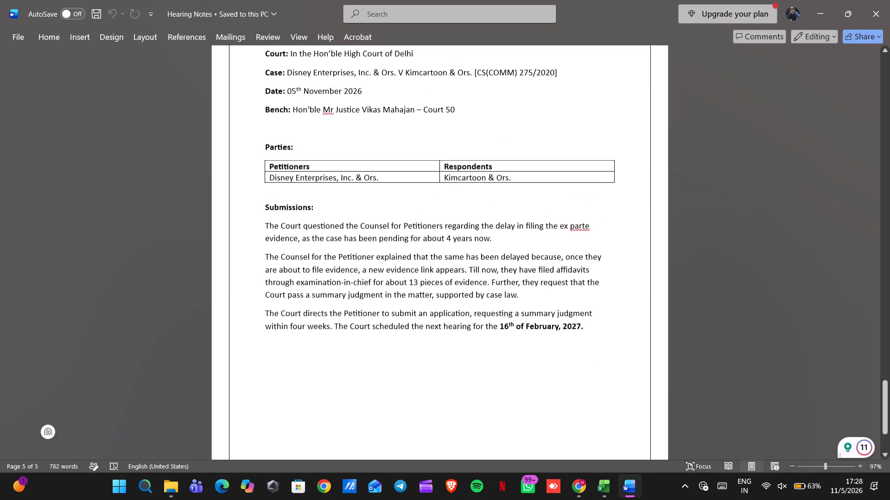
scroll(442, 283, up, 2)
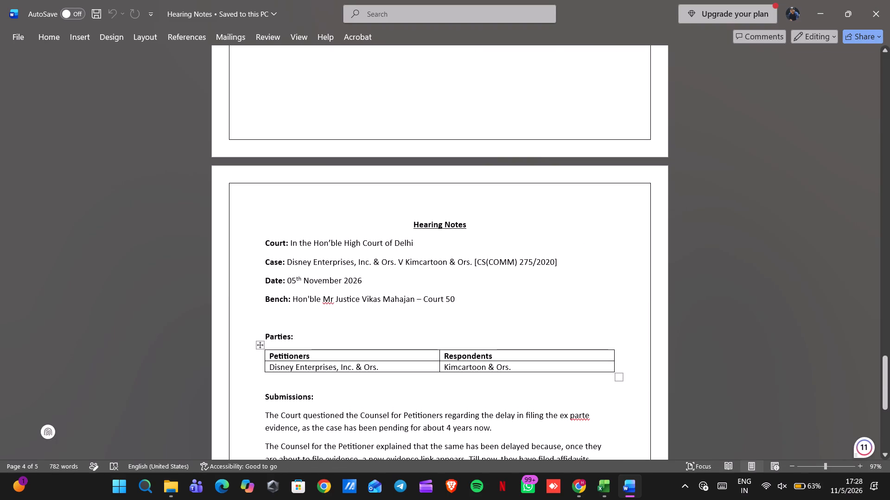
drag(288, 262, 466, 262)
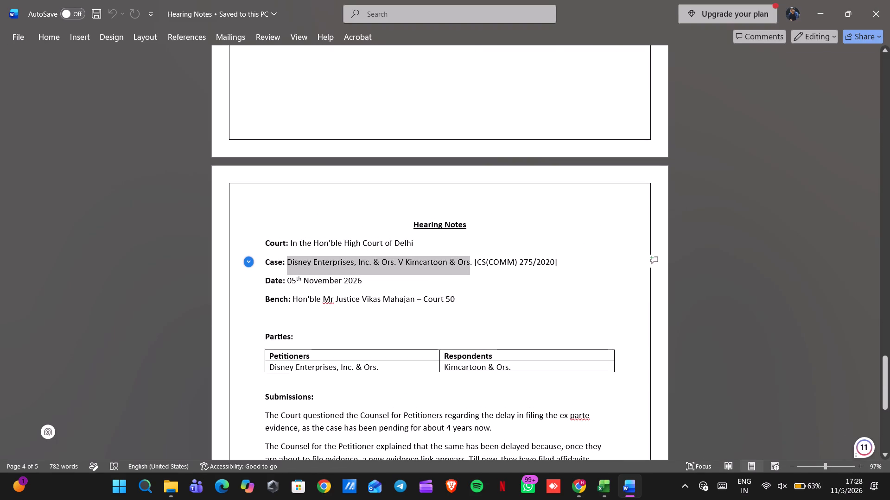
drag(466, 262, 471, 263)
key(ctrl+c)
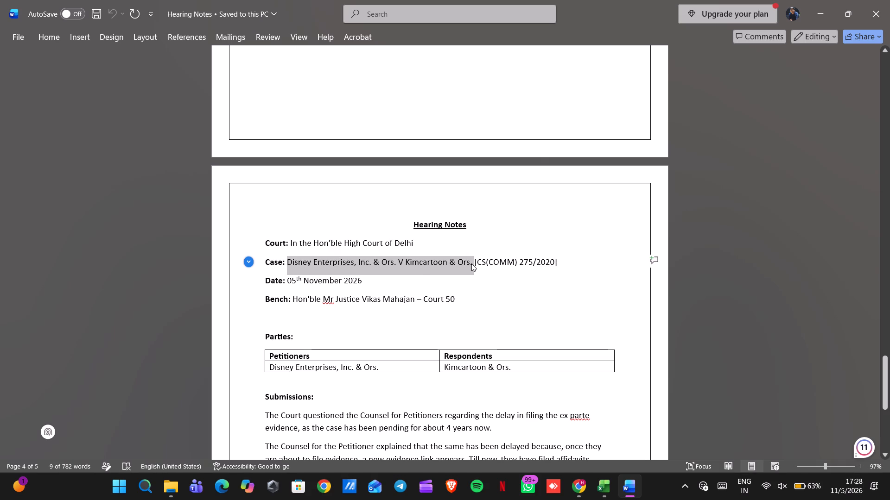
click(651, 220)
Print only page 5 of the hearing notes with Microsoft Print to PDF.
key(ctrl+p)
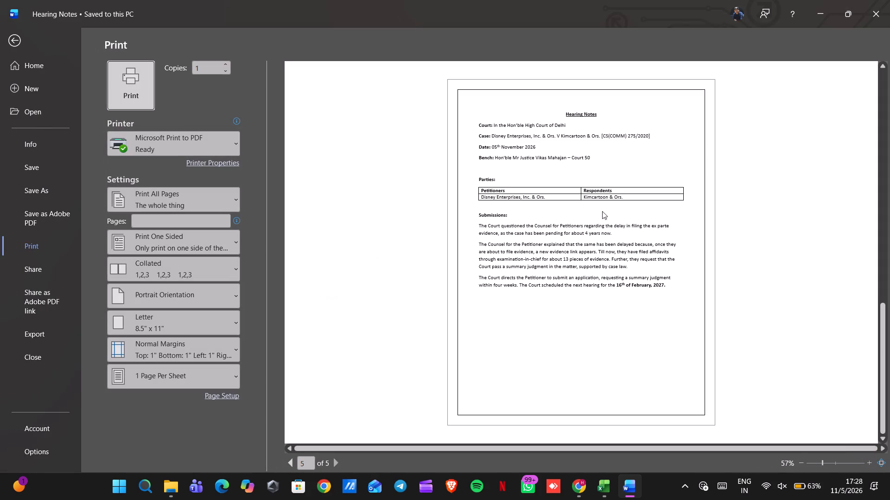
click(154, 217)
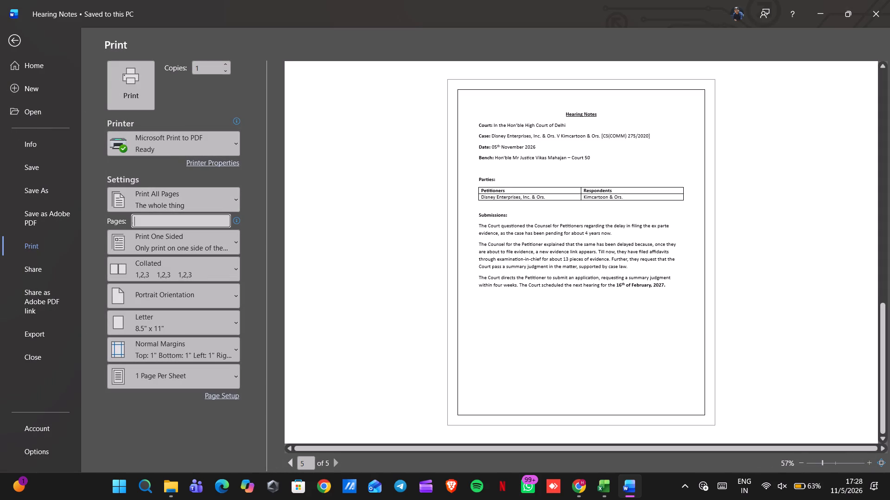
key(5)
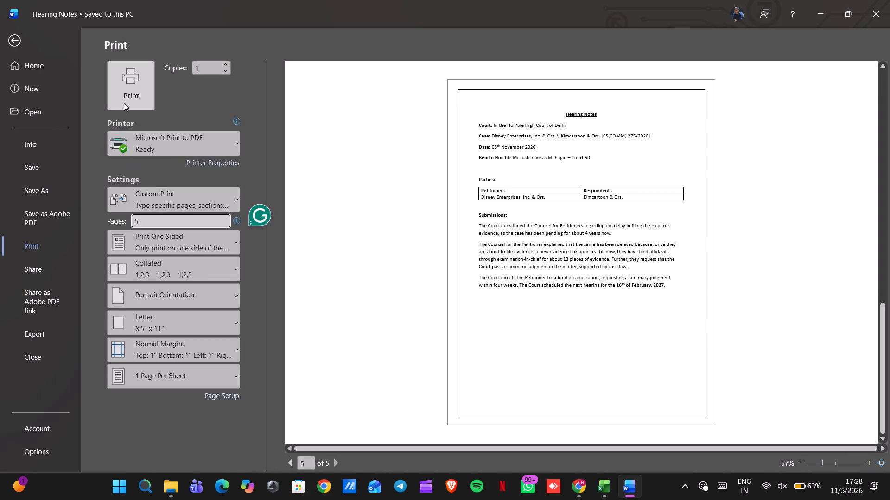
click(124, 103)
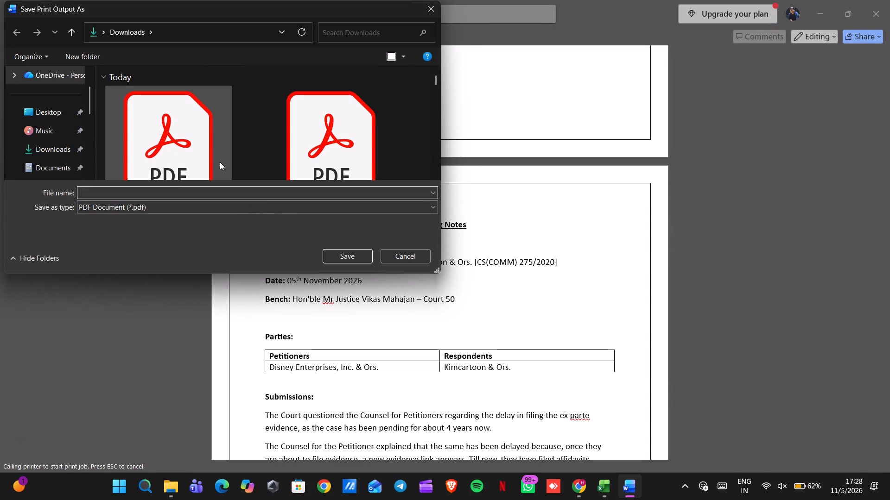
Name the PDF "Hearing Notes - Disney Enterprises, Inc. & Ors. V Kimcartoon & Ors." in the Downloads folder, using the copied case title.
key(ctrl+v)
click(80, 192)
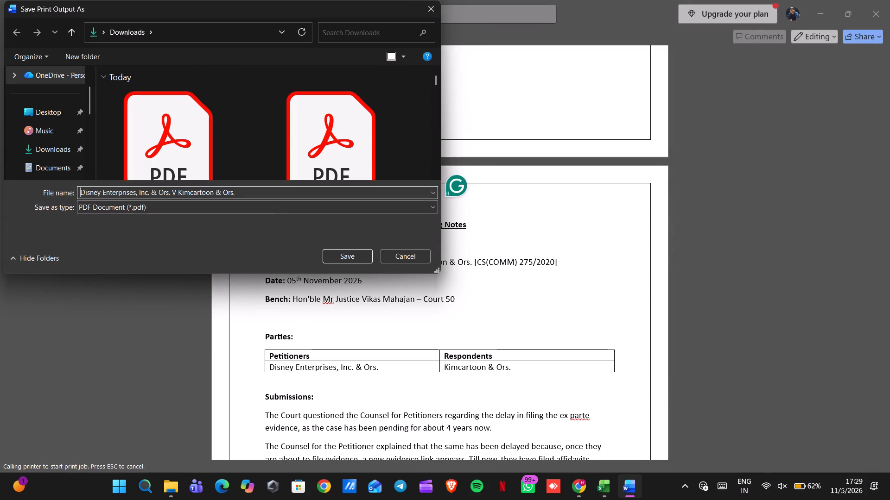
key(BackSpace)
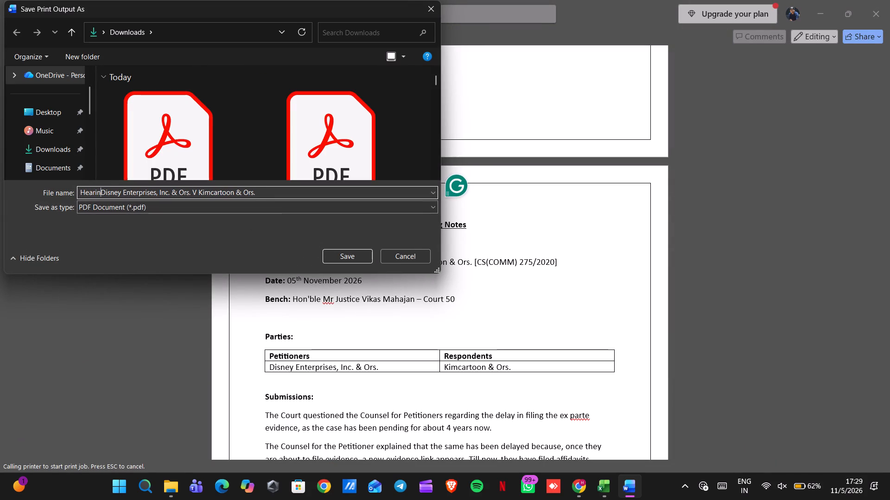
key(BackSpace)
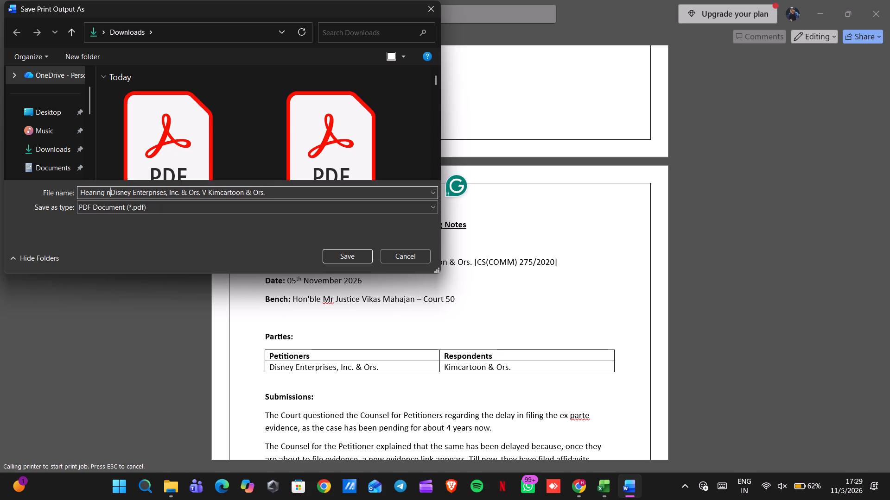
key(BackSpace)
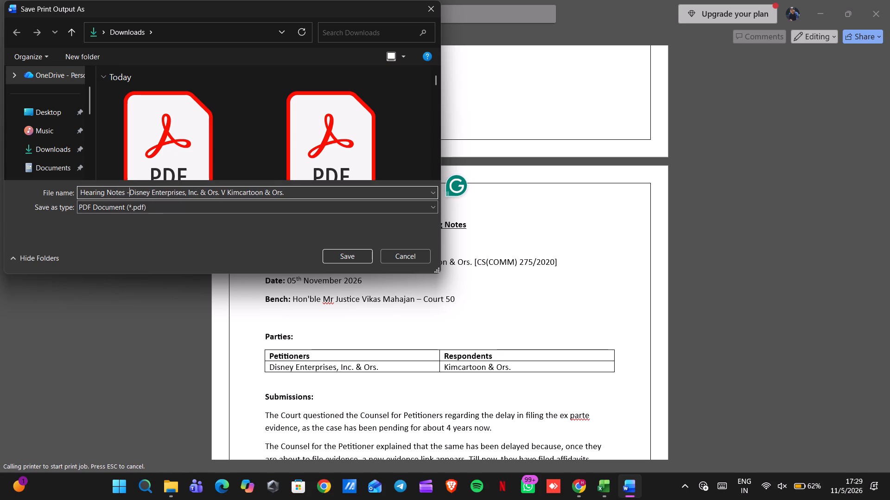
Save the print output as the named hearing notes PDF in the Downloads folder.
click(343, 252)
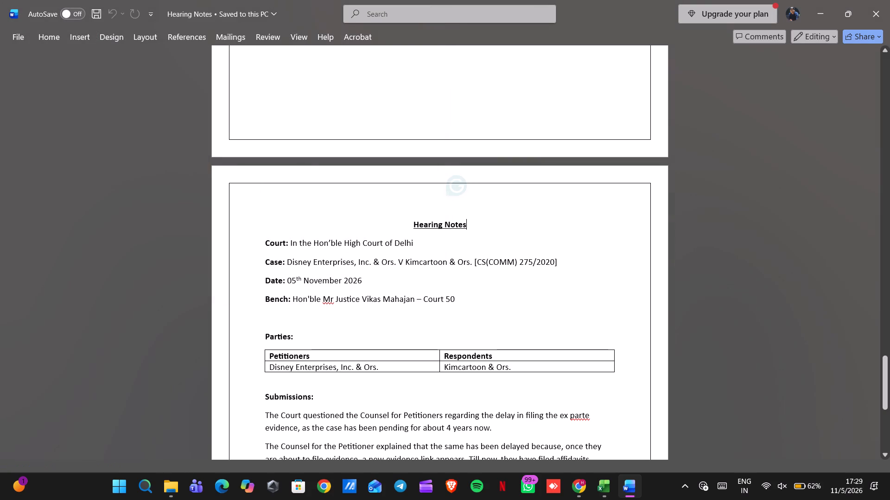
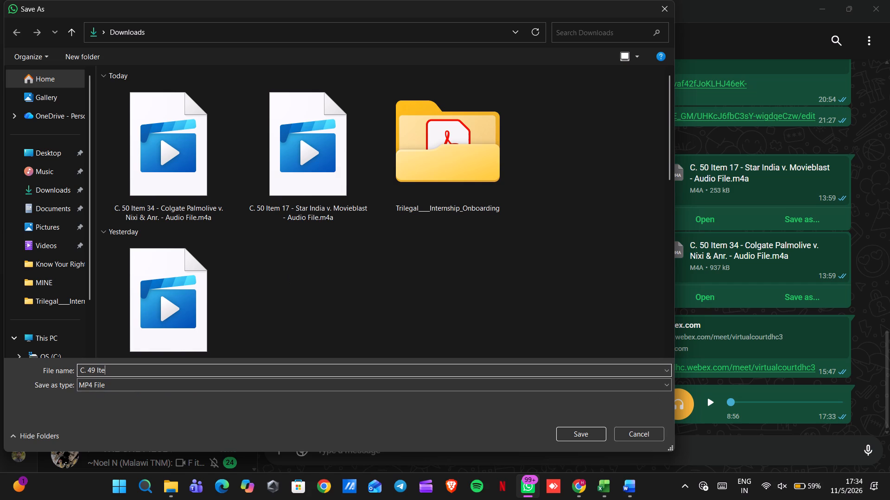
Correct the court number in the file name of the audio recording being saved to Downloads, so the name begins with "C. 50".
key(BackSpace)
key(BackSpace)
key(BackSpace)
key(BackSpace)
key(BackSpace)
key(BackSpace)
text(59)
Name the WhatsApp voice recording "C. 50 Item 19 - Disney Entertainmnet v. Kimcartoon - Audio File" for saving in the Downloads folder.
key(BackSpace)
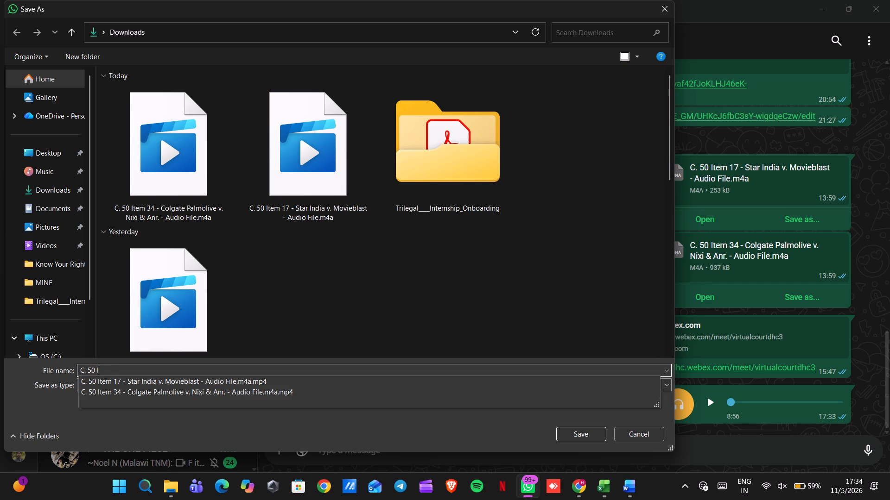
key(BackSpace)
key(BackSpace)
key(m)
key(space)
text(19)
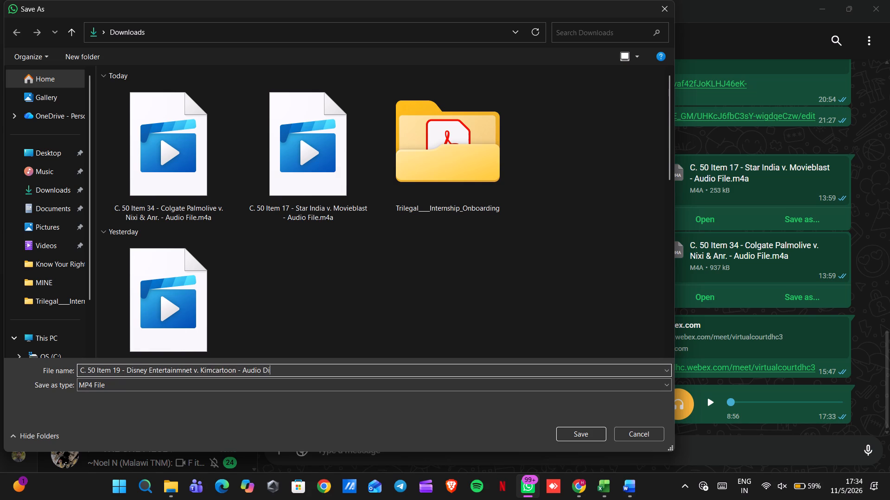
key(BackSpace)
key(BackSpace)
key(BackSpace)
text(ke)
key(BackSpace)
key(BackSpace)
text(le)
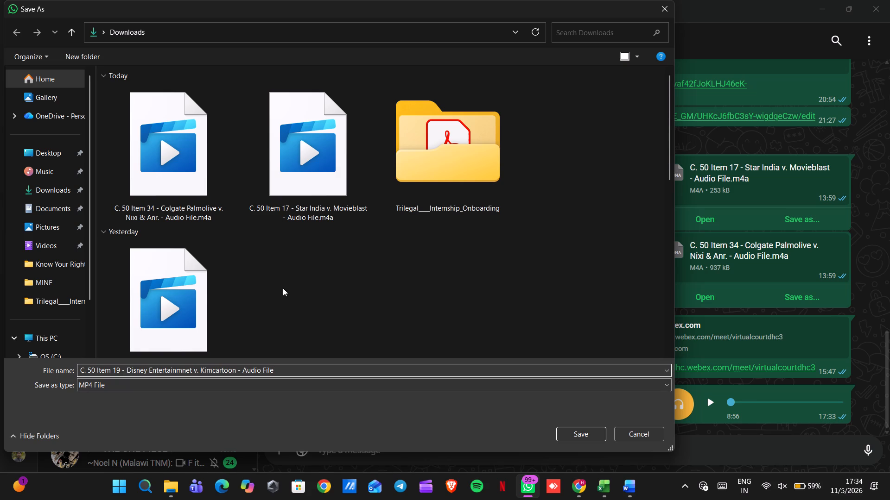
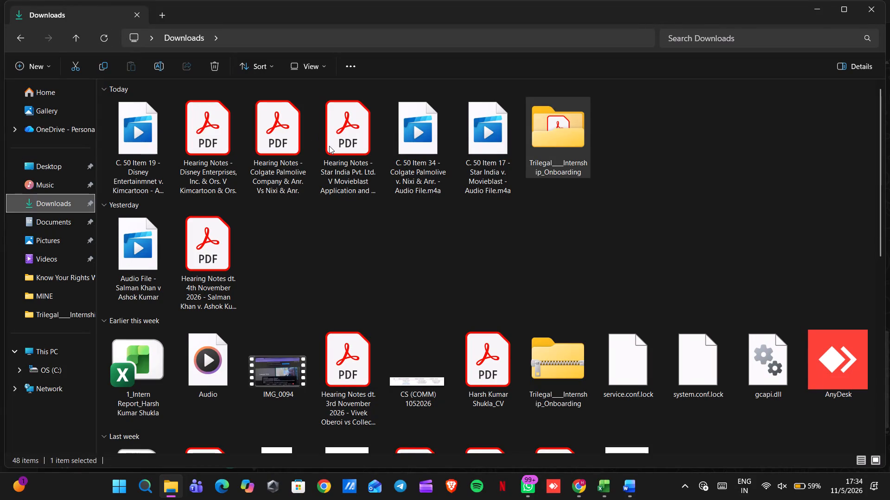
Edit the Colgate Palmolive v. Nixi & Anr. audio file's name in Downloads, deleting the number 50 after "C.".
click(436, 175)
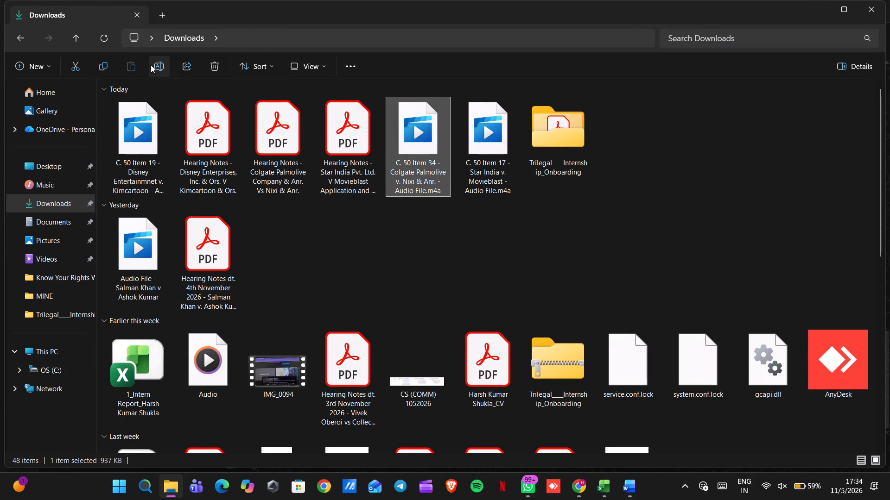
click(151, 65)
click(411, 166)
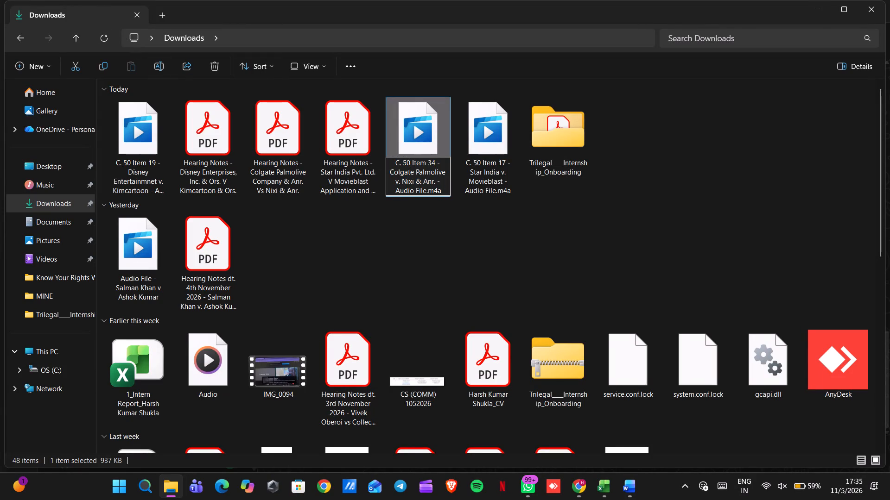
key(BackSpace)
key(BackSpace)
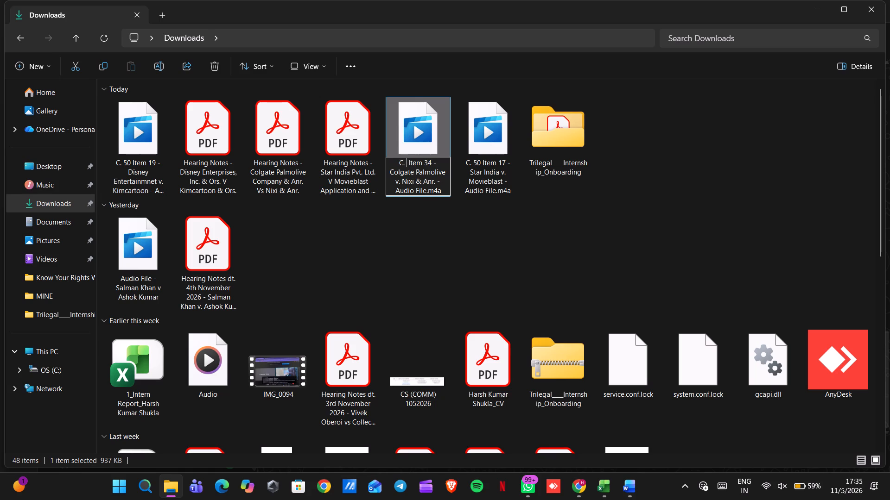
Complete the Colgate Palmolive v. Nixi & Anr. audio file's name with court number 49 after "C.".
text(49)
click(649, 139)
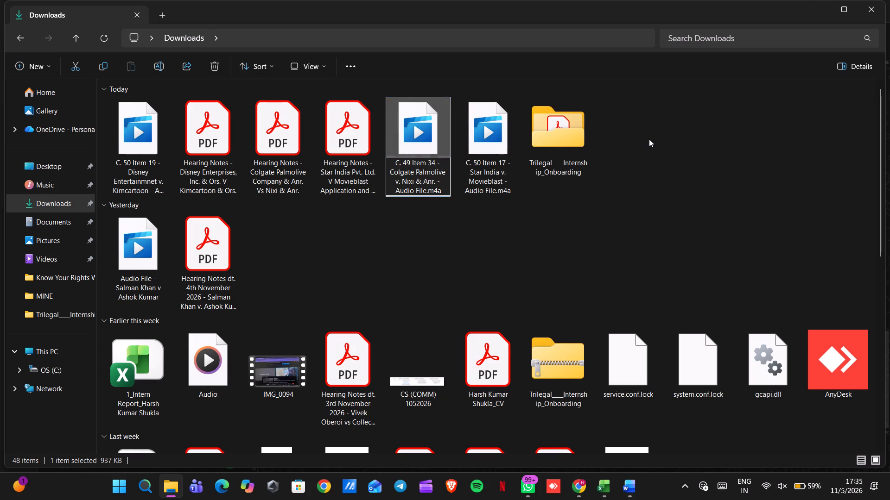
Rename the Star India v. Movieblast audio file as "C. 49 Item 17 - Star India v. Movieblast - Audio File".
click(509, 146)
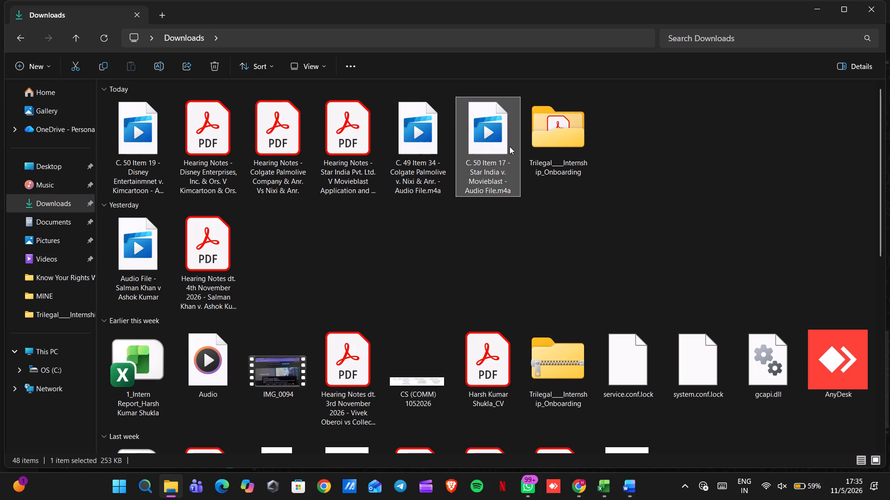
click(158, 65)
click(472, 162)
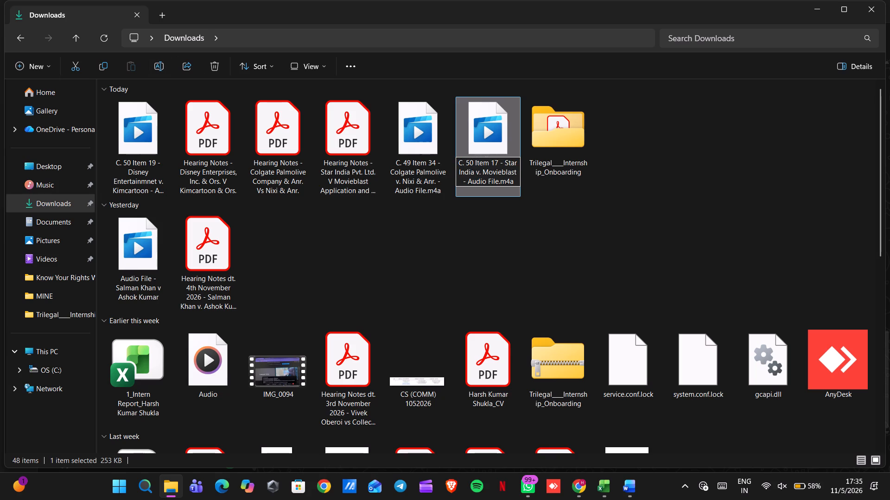
key(BackSpace)
key(BackSpace)
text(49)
click(675, 176)
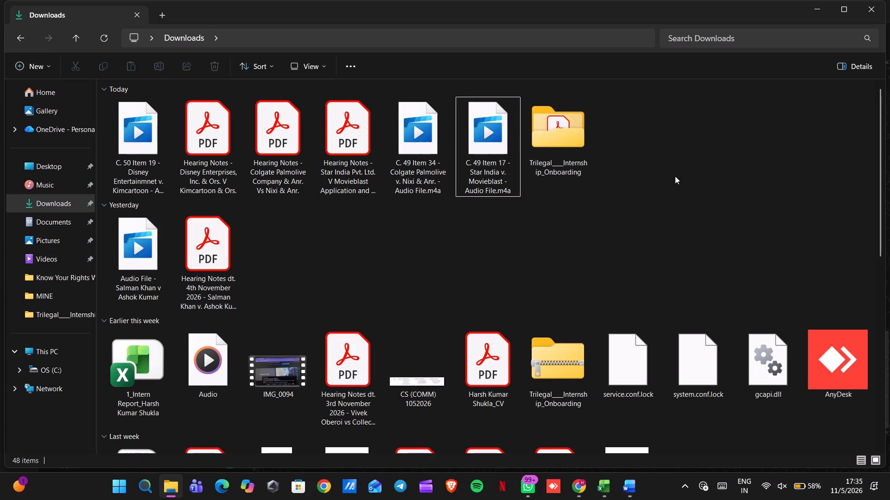